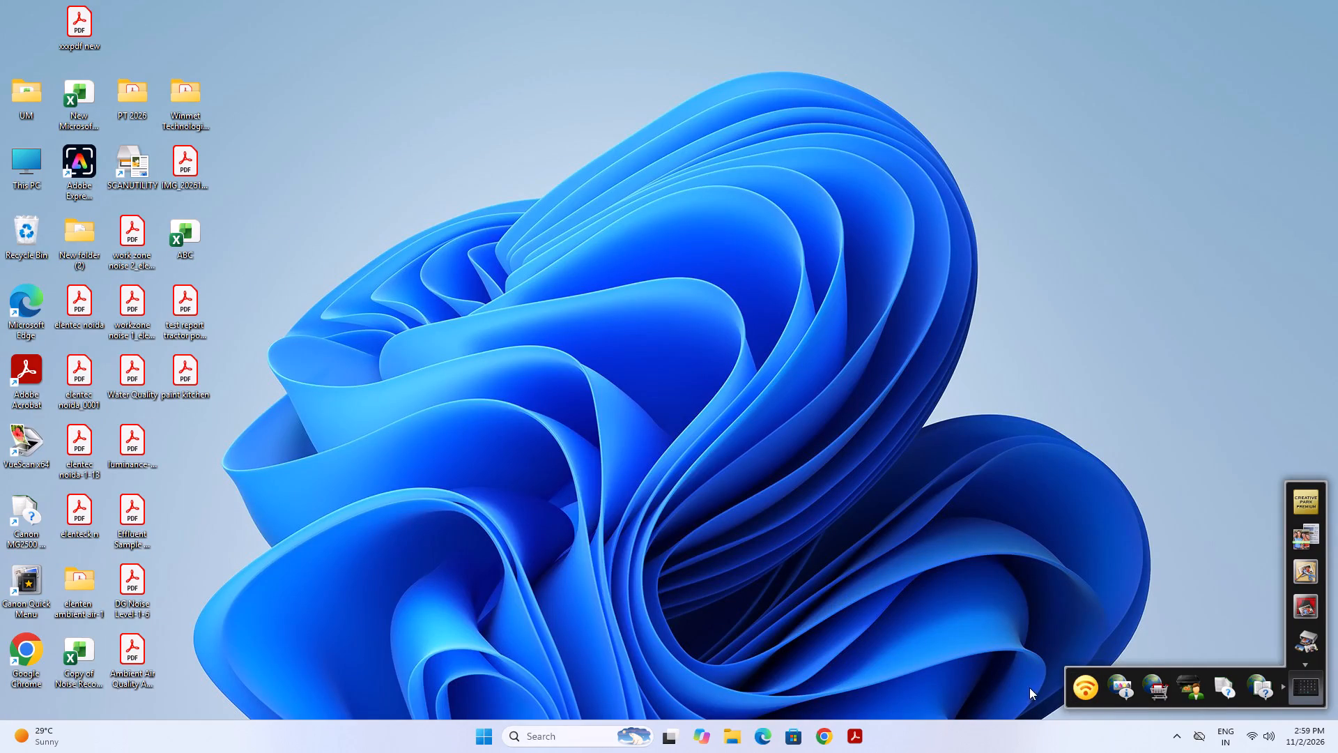
Open Google Chrome with a new tab and minimise its window to return to the desktop.
{"action": "left_click", "coordinate": [822, 736]}
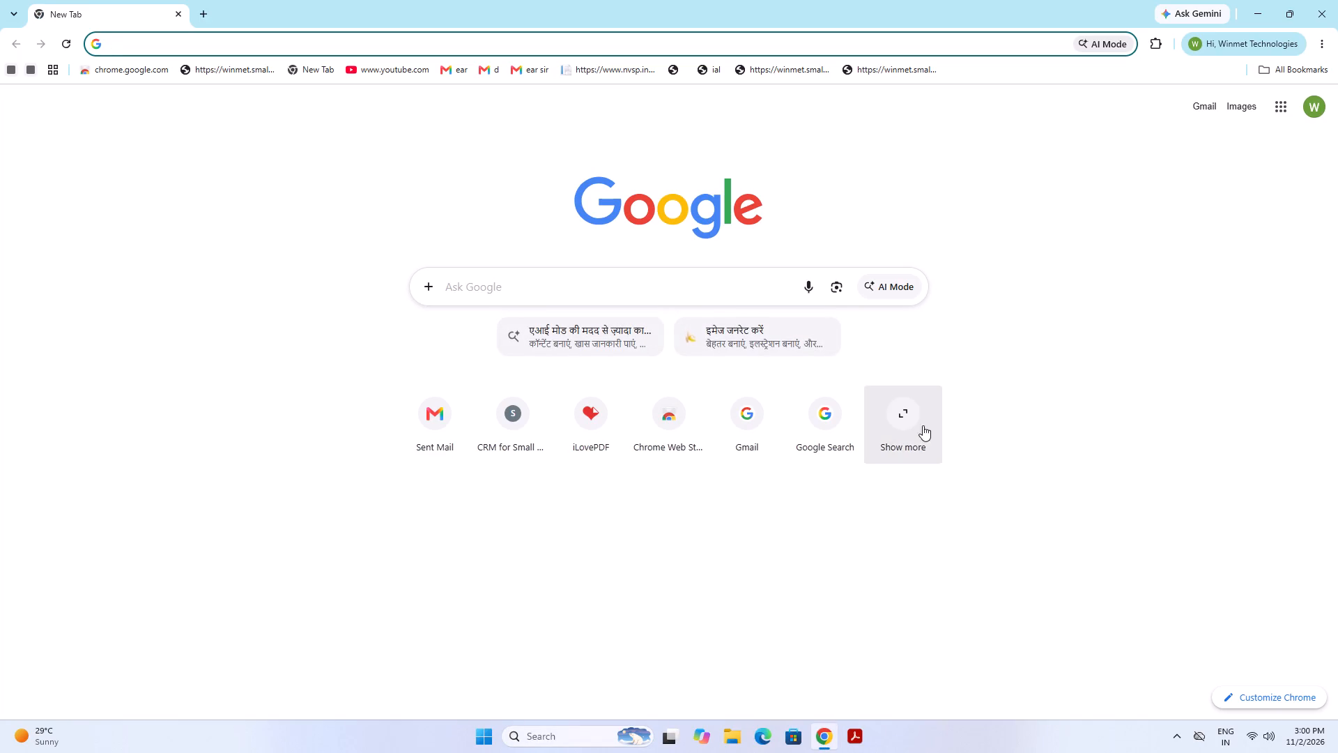
{"action": "left_click", "coordinate": [1254, 16]}
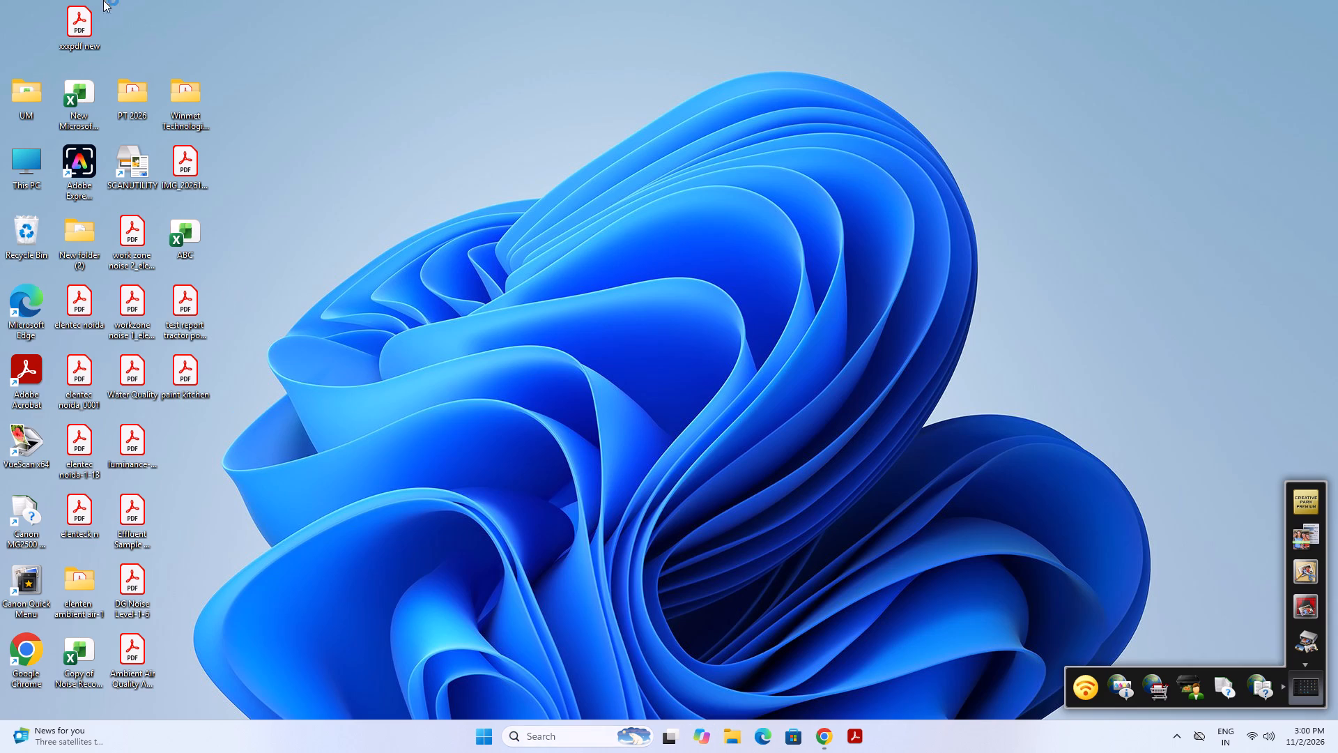
Select the SCANUTILITY shortcut on the desktop and try to open it.
{"action": "left_click", "coordinate": [118, 155]}
{"action": "left_click", "coordinate": [136, 182]}
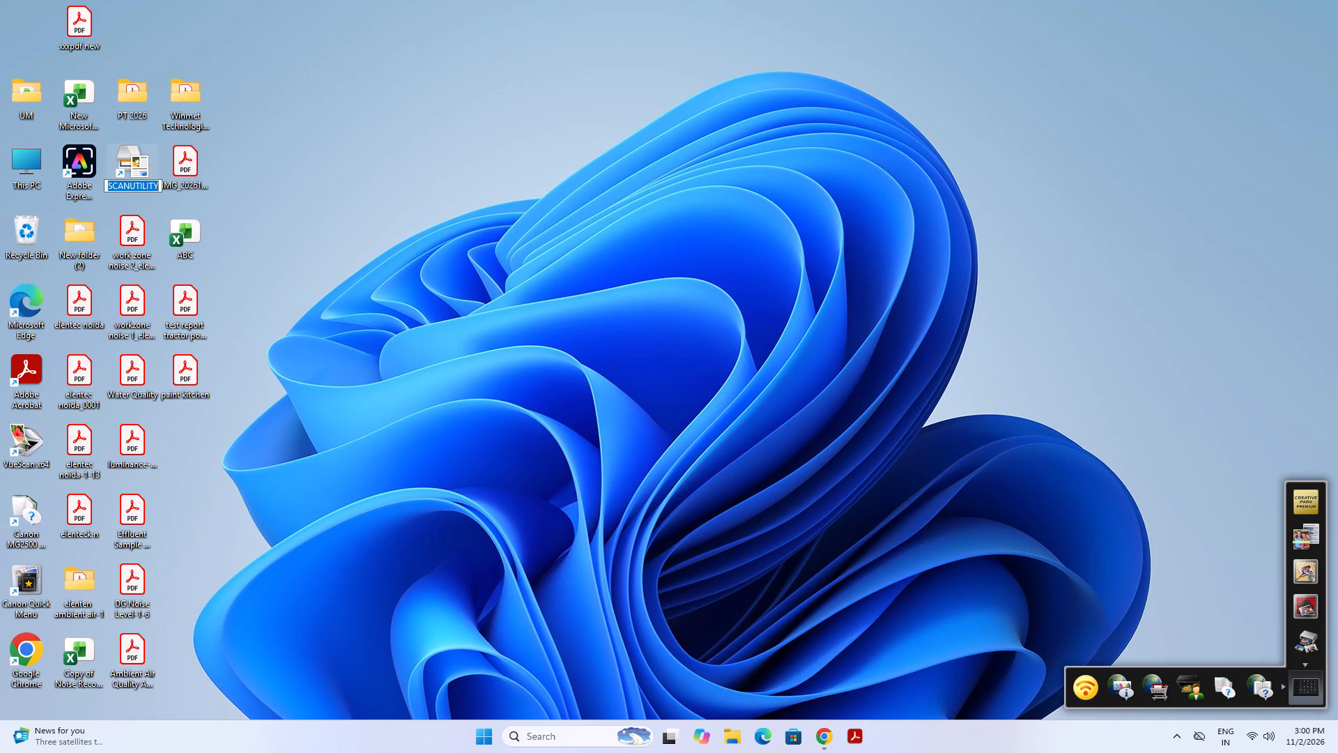
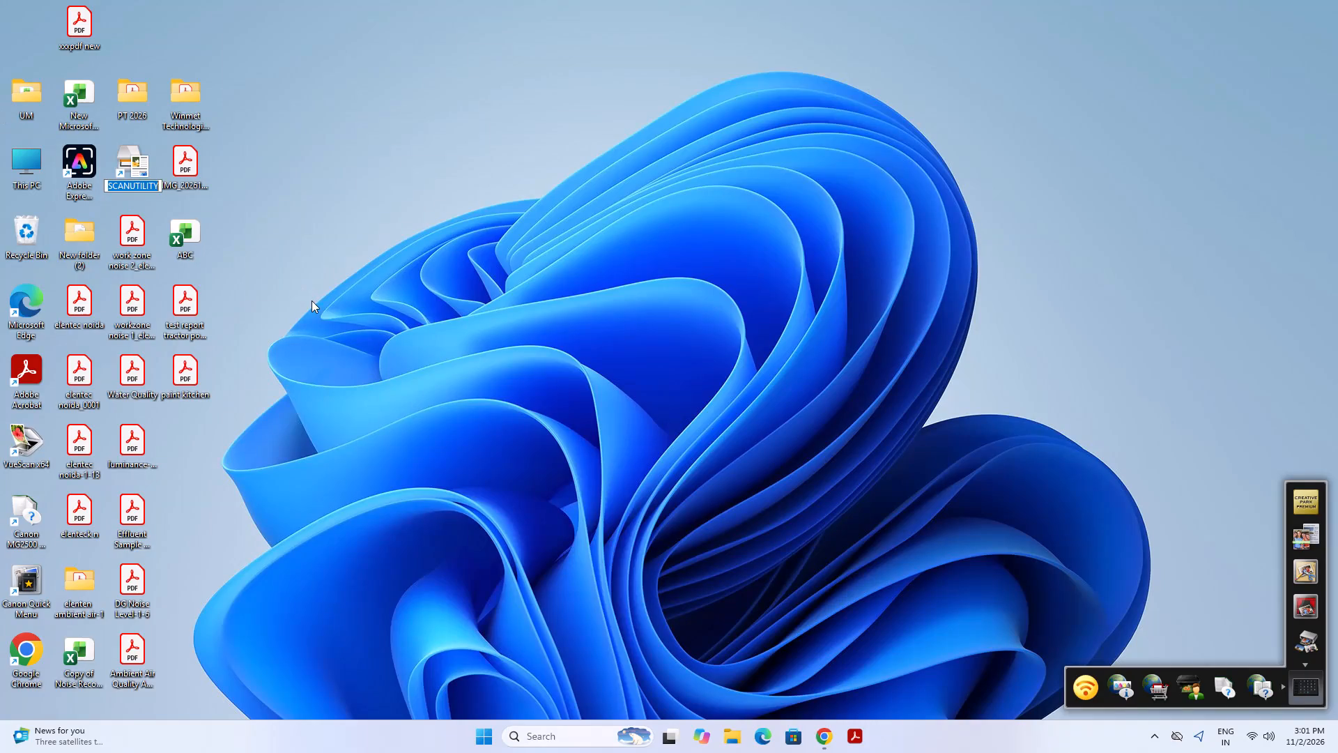
Leave the shortcut's name unchanged and open the SCANUTILITY program from the desktop.
{"action": "left_click", "coordinate": [534, 180]}
{"action": "left_click", "coordinate": [135, 158]}
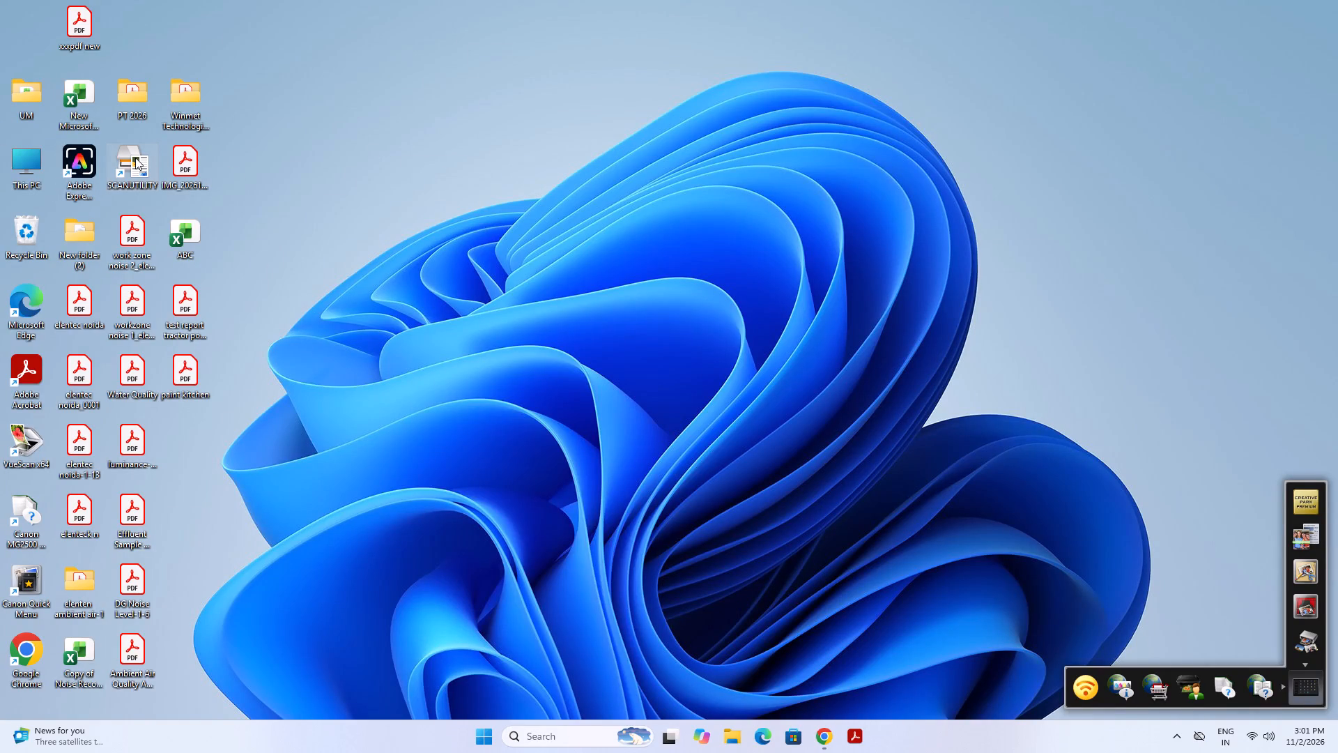
{"action": "key", "text": "Return"}
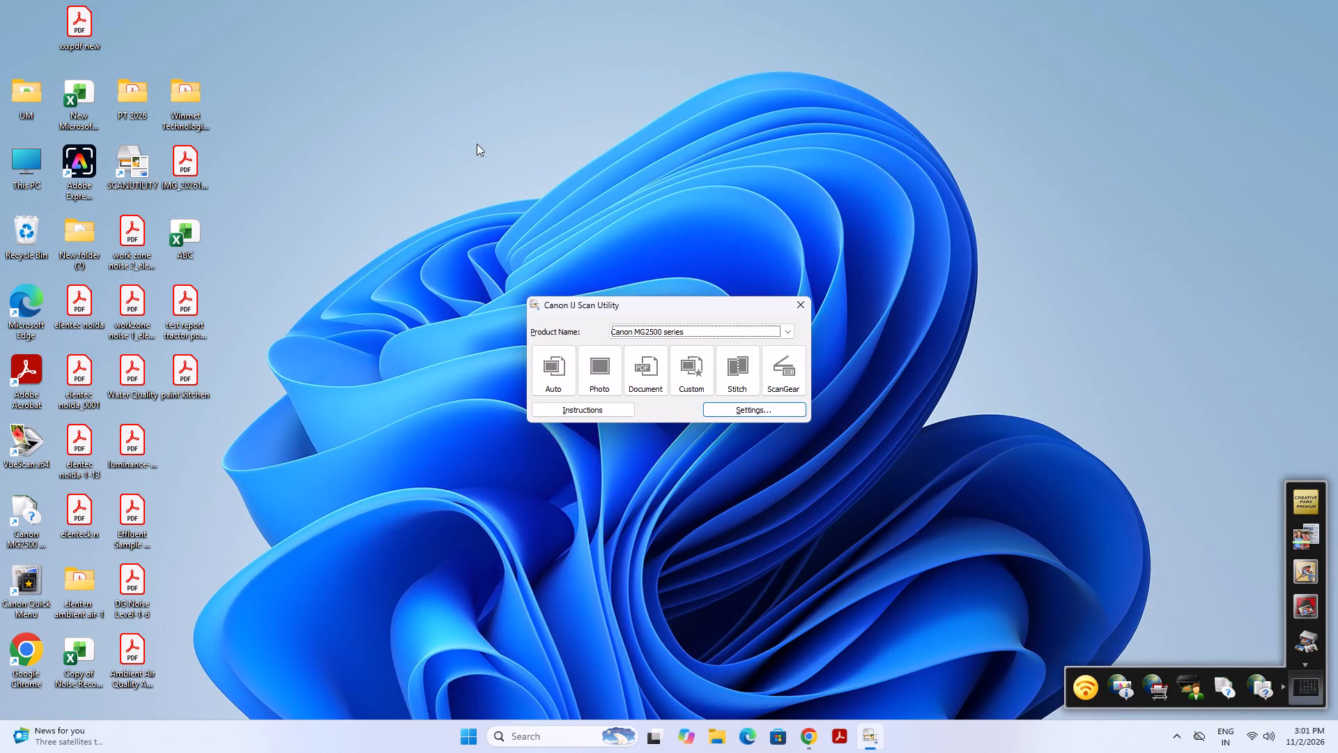
Scan the original in Document mode on the Canon MG2500 series and end the scanning session after this page.
{"action": "left_click", "coordinate": [647, 374]}
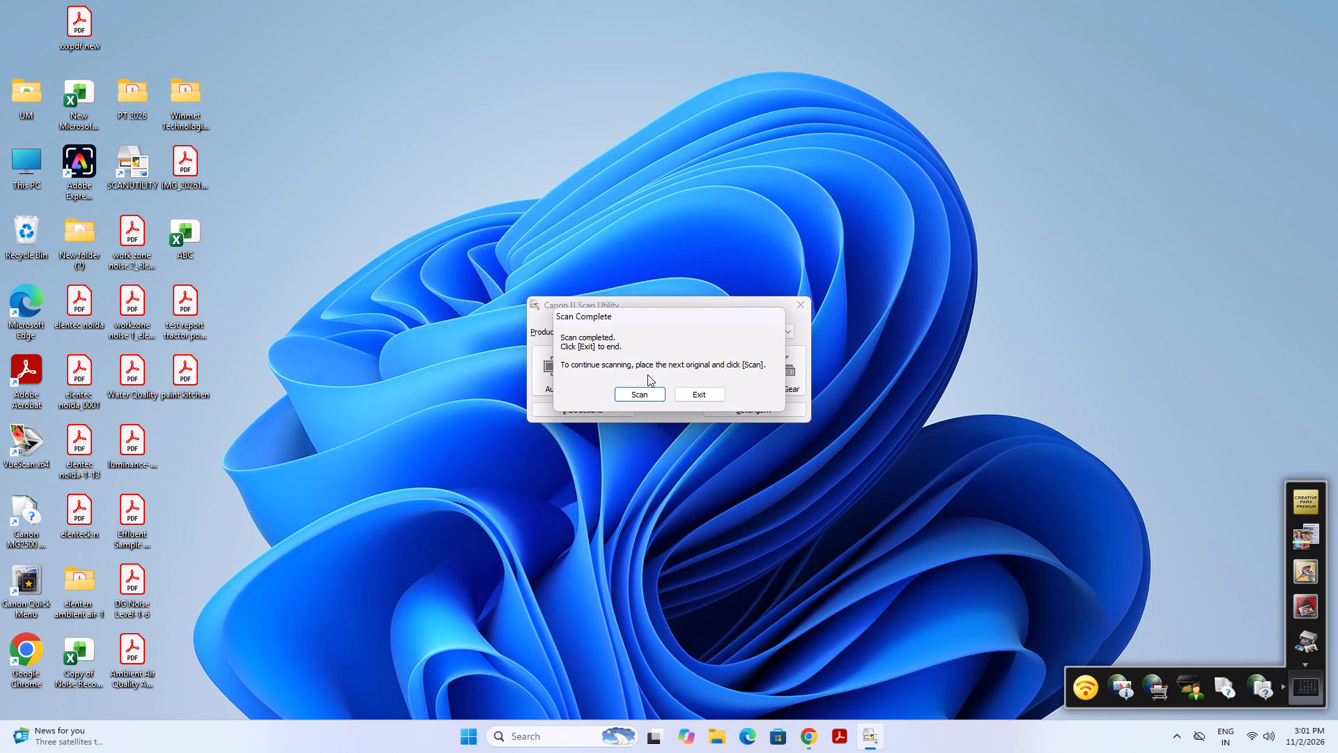
{"action": "left_click", "coordinate": [718, 397]}
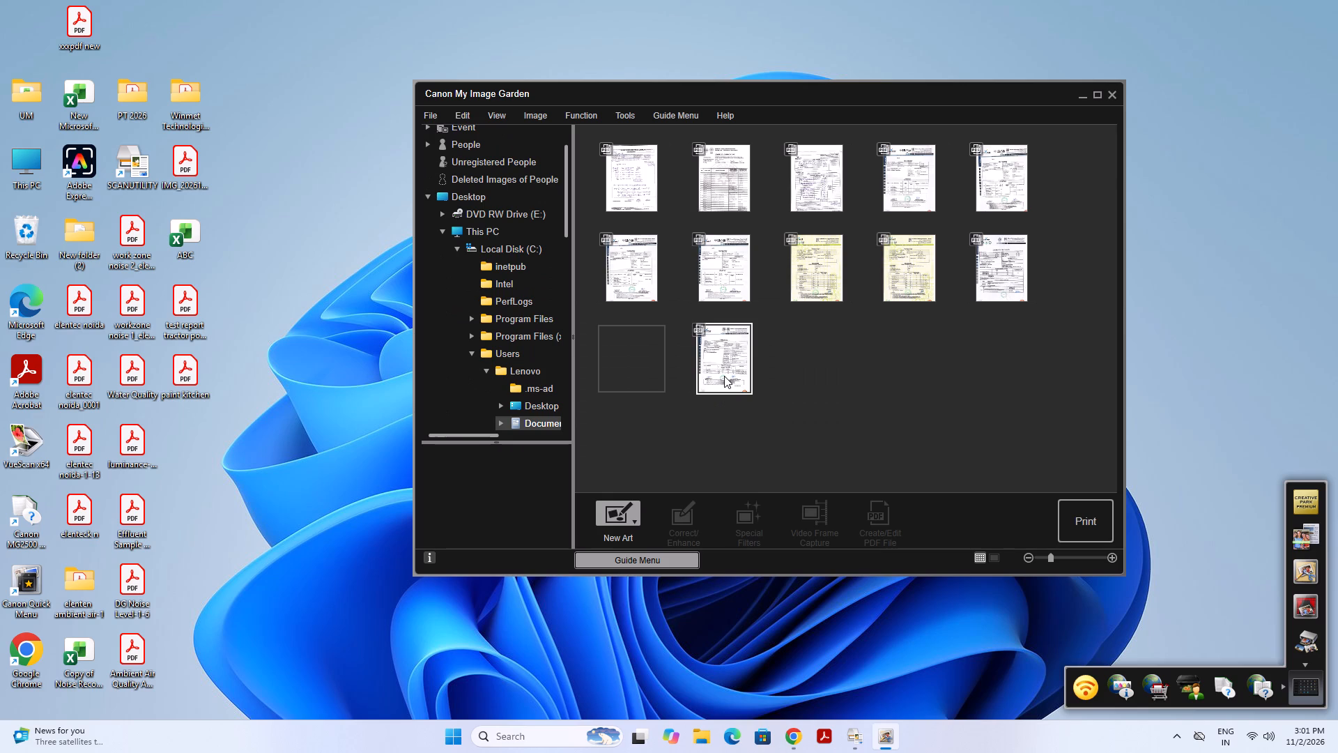
Open the newly scanned IMG_20261102_0001.pdf for PDF creation and editing.
{"action": "left_click", "coordinate": [728, 344]}
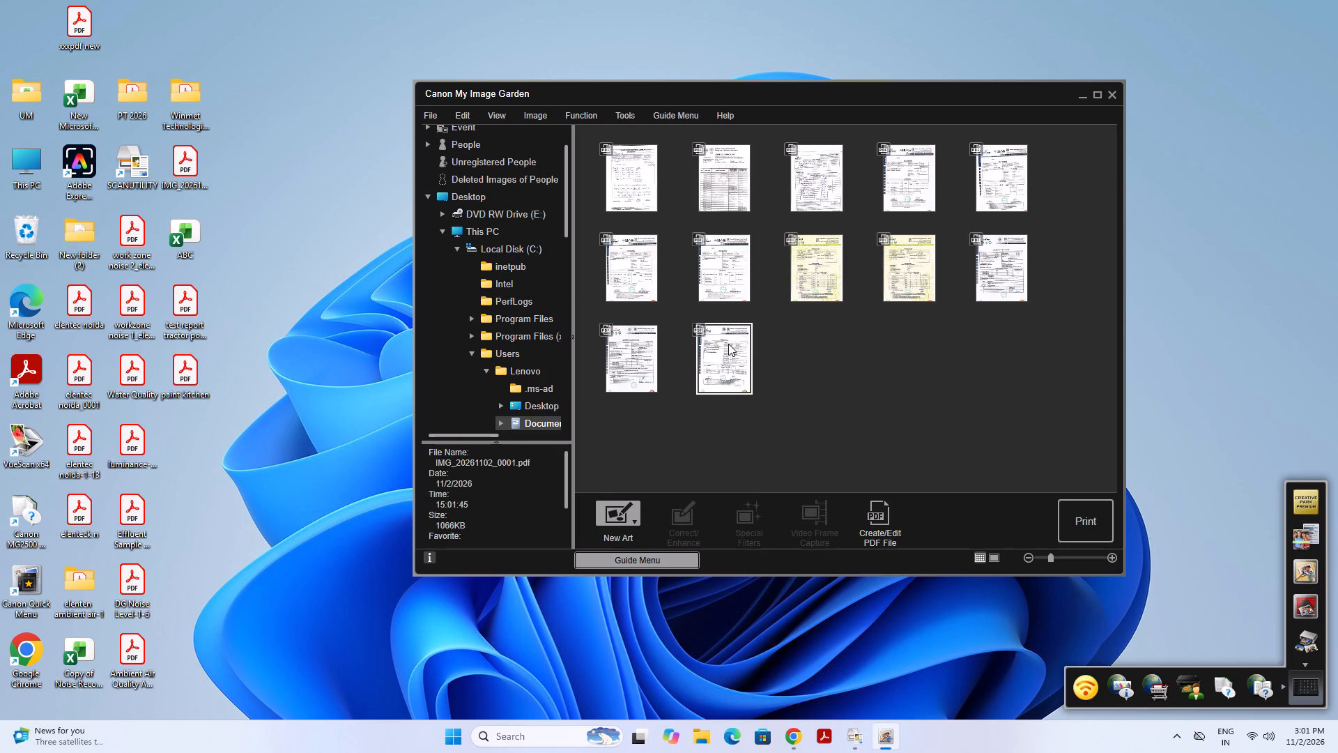
{"action": "left_click", "coordinate": [882, 518]}
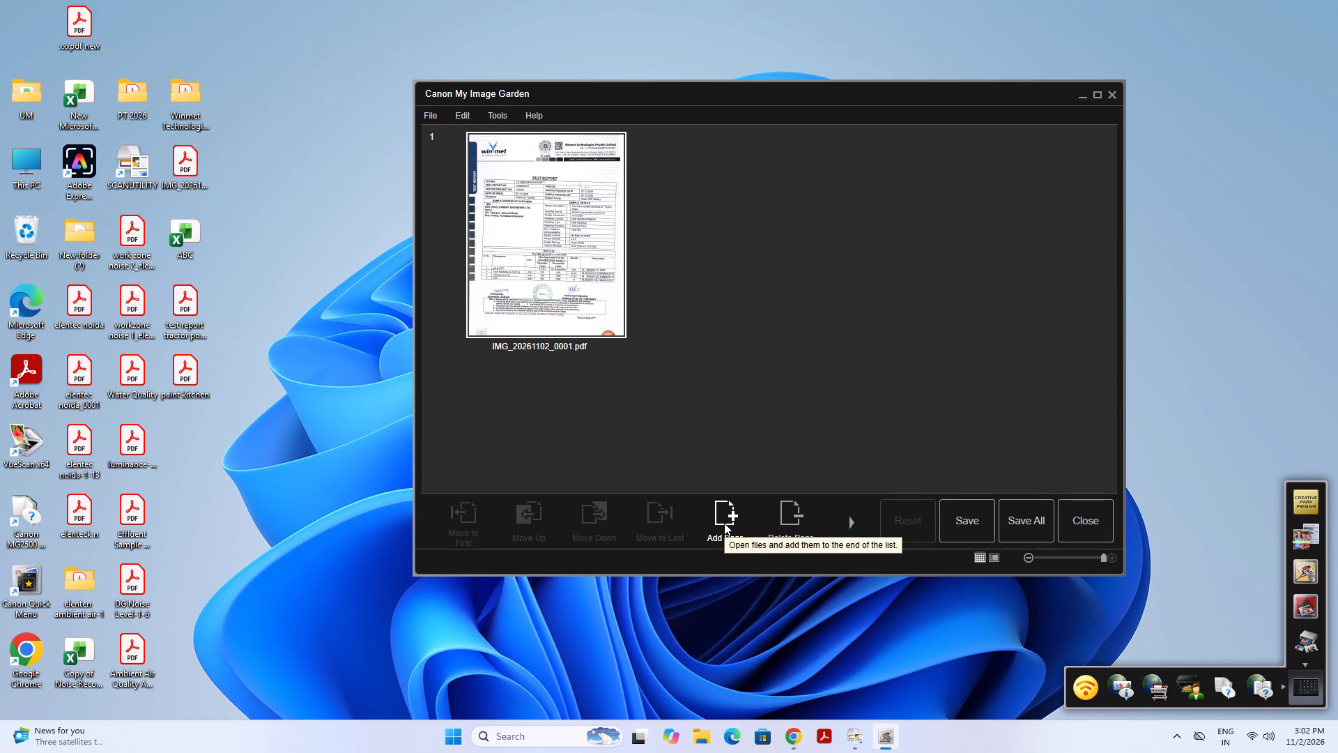
Save all pages as a PDF named "Dee Development Report" in the Documents folder.
{"action": "left_click", "coordinate": [1014, 520]}
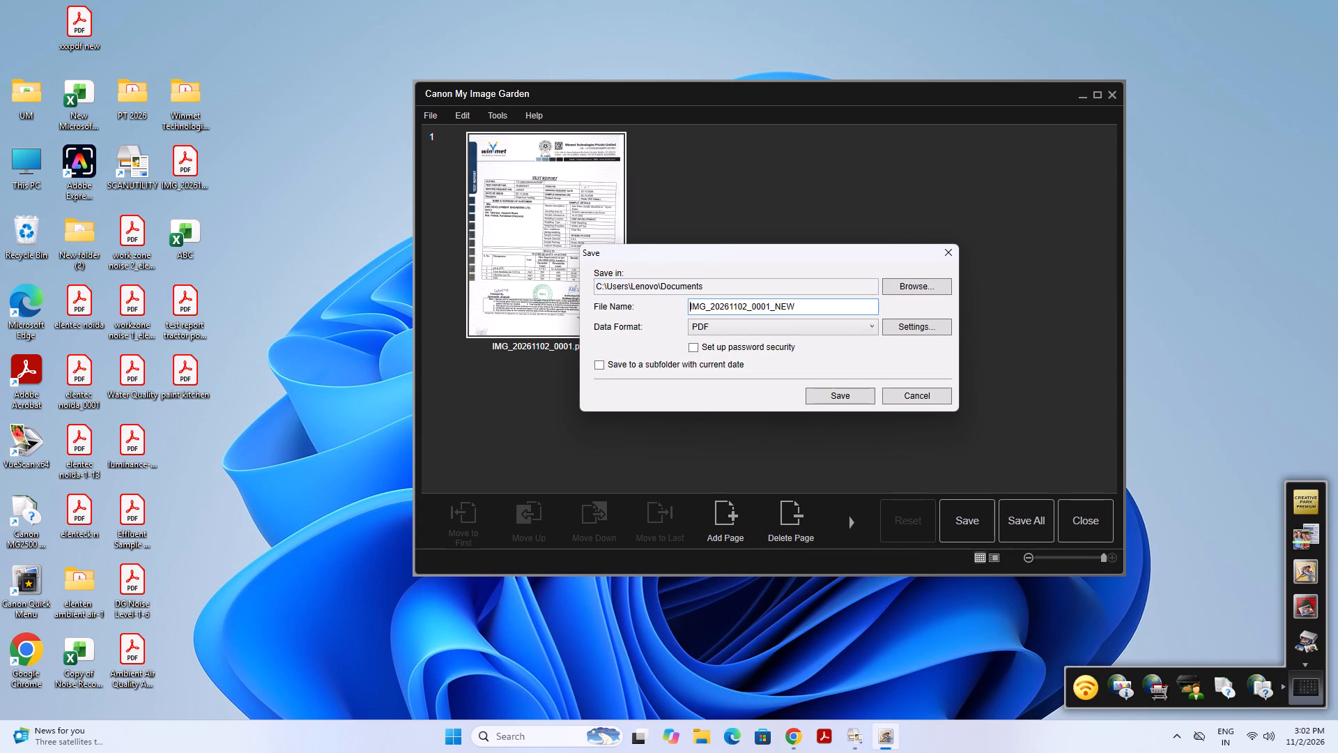
{"action": "left_click", "coordinate": [810, 311]}
{"action": "key", "text": "BackSpace"}
{"action": "key", "text": "BackSpace"}
{"action": "key", "text": "BackSpace"}
{"action": "key", "text": "BackSpace"}
{"action": "key", "text": "BackSpace"}
{"action": "key", "text": "BackSpace"}
{"action": "key", "text": "BackSpace"}
{"action": "key", "text": "BackSpace"}
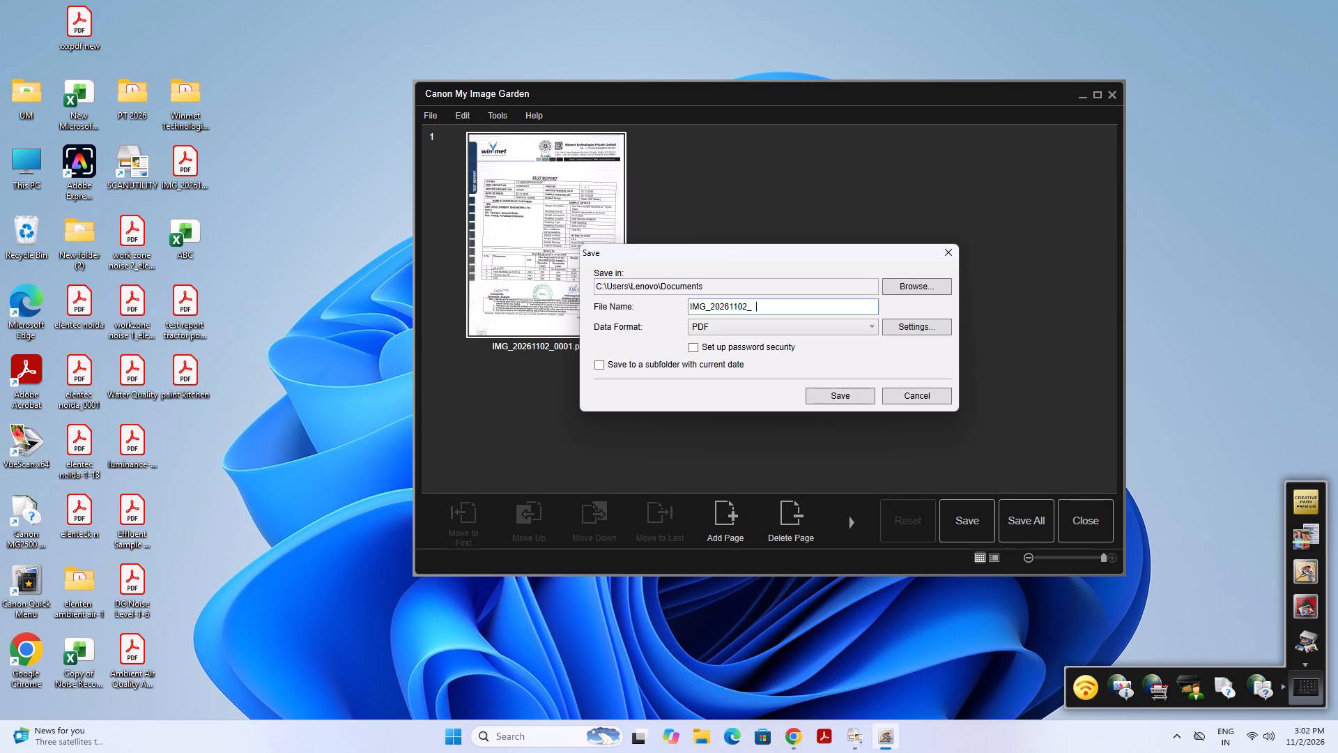
{"action": "key", "text": "BackSpace"}
{"action": "key", "text": "BackSpace"}
{"action": "key", "text": "BackSpace"}
{"action": "key", "text": "BackSpace"}
{"action": "key", "text": "BackSpace"}
{"action": "key", "text": "BackSpace"}
{"action": "key", "text": "BackSpace"}
{"action": "key", "text": "BackSpace"}
{"action": "key", "text": "BackSpace"}
{"action": "key", "text": "BackSpace"}
{"action": "key", "text": "BackSpace"}
{"action": "key", "text": "BackSpace"}
{"action": "key", "text": "BackSpace"}
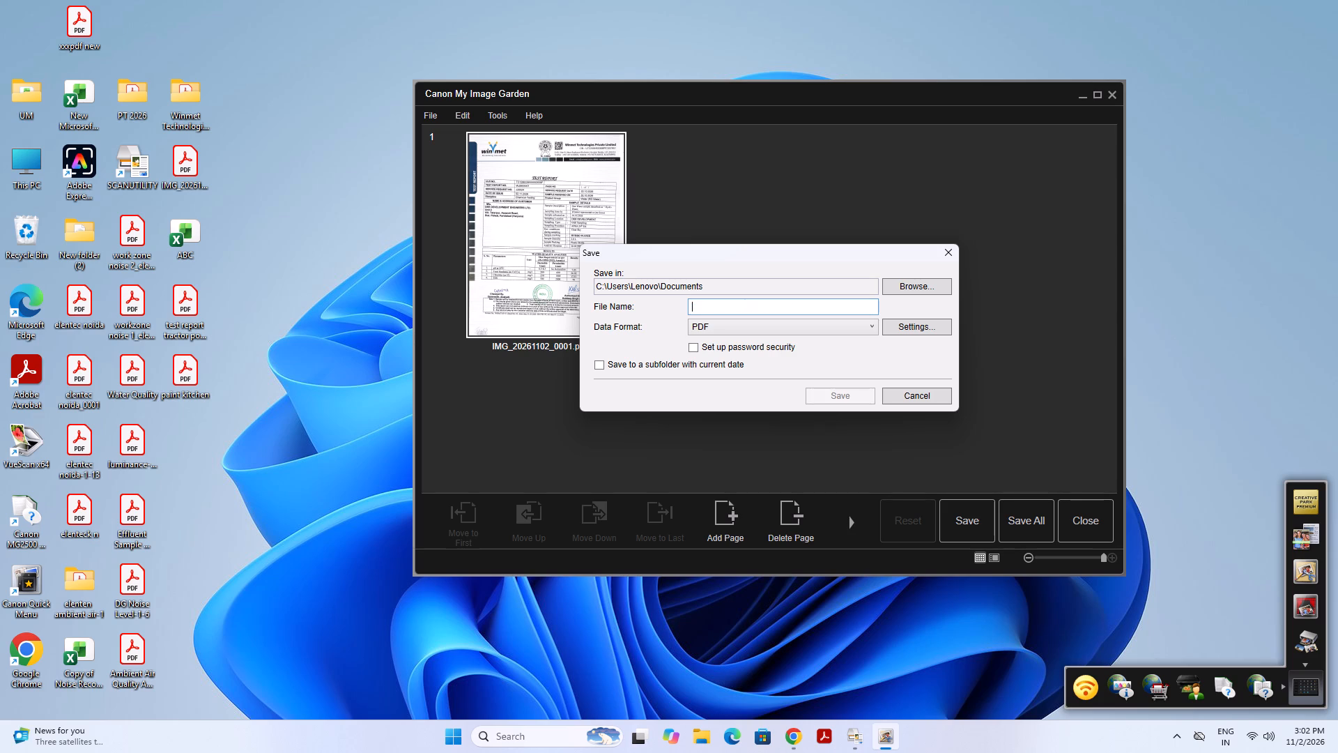
{"action": "type", "text": "Dee"}
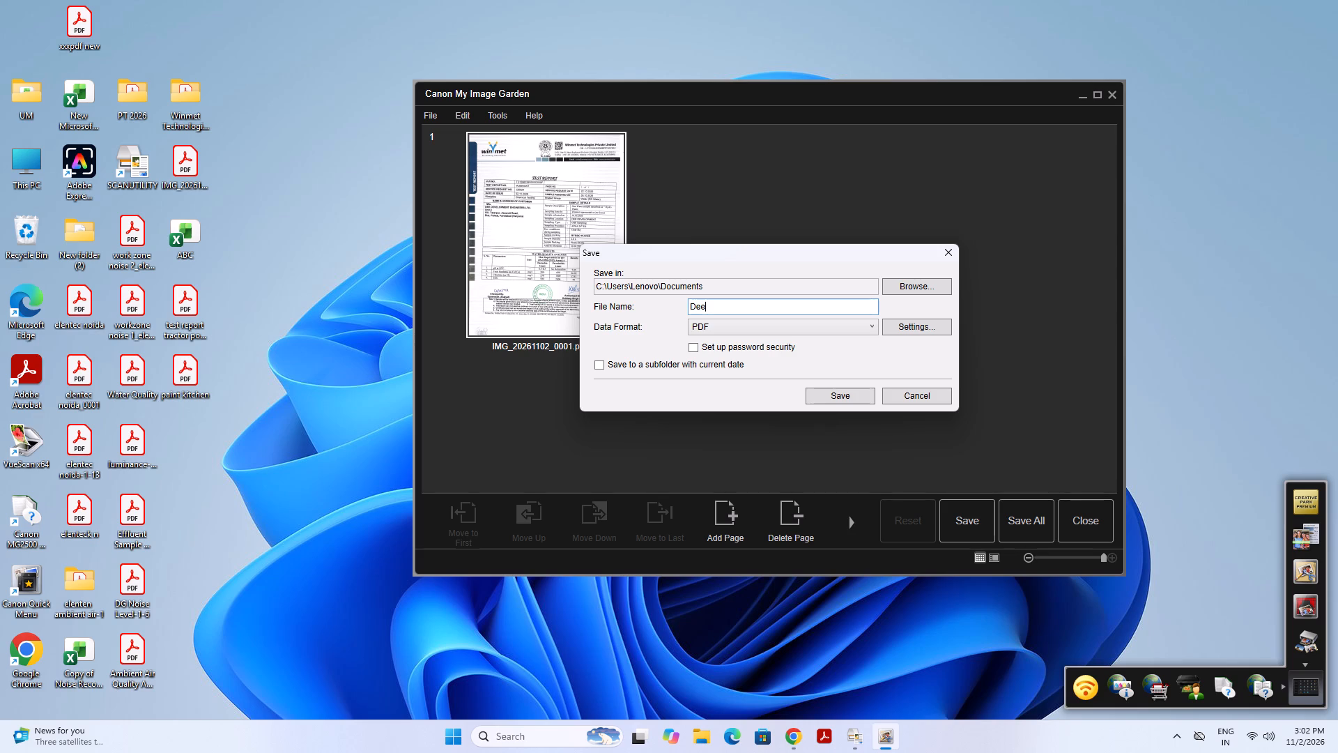
{"action": "key", "text": "space"}
{"action": "type", "text": "De"}
{"action": "type", "text": "velopm"}
{"action": "key", "text": "e"}
{"action": "type", "text": "nt"}
{"action": "key", "text": "space"}
{"action": "type", "text": "Re"}
{"action": "type", "text": "po"}
{"action": "type", "text": "rt"}
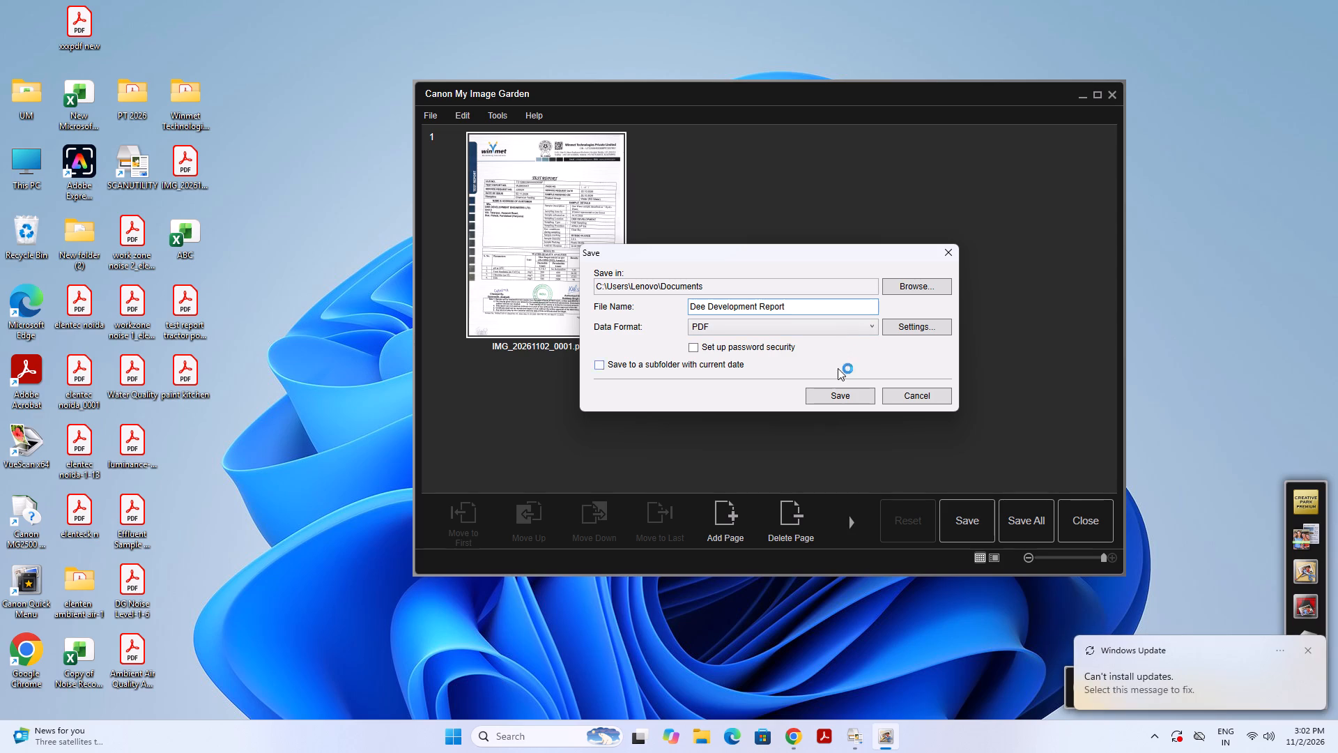
{"action": "left_click", "coordinate": [839, 402]}
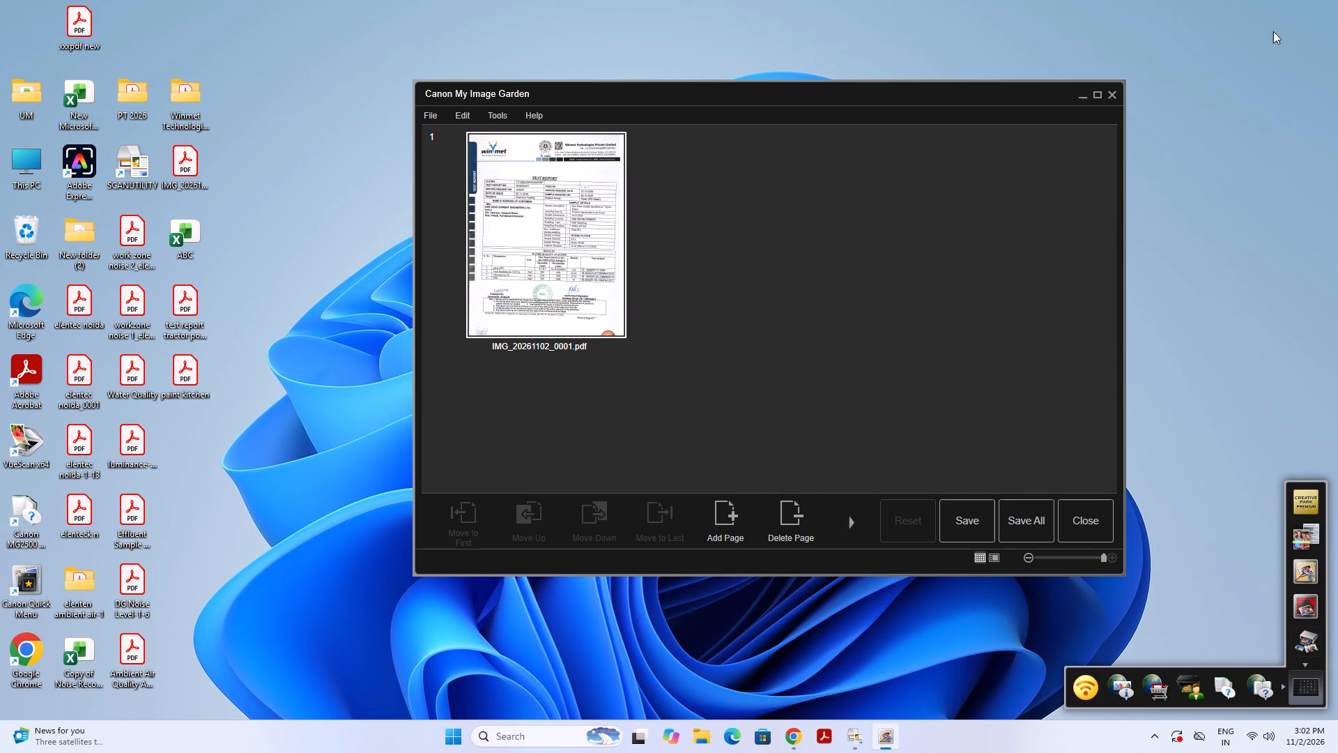
Close the Canon My Image Garden window.
{"action": "left_click", "coordinate": [1118, 97]}
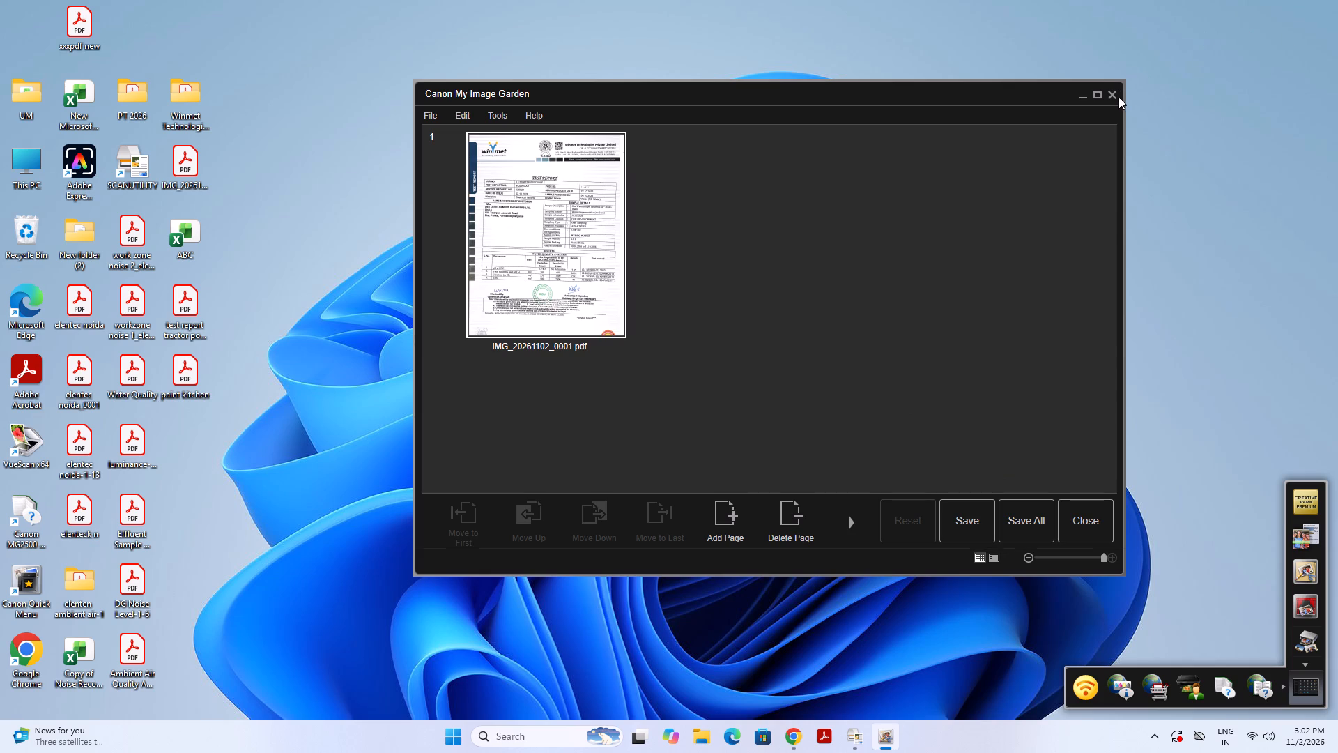
Close the Canon My Image Garden window and the Canon IJ Scan Utility.
{"action": "left_click", "coordinate": [1111, 93]}
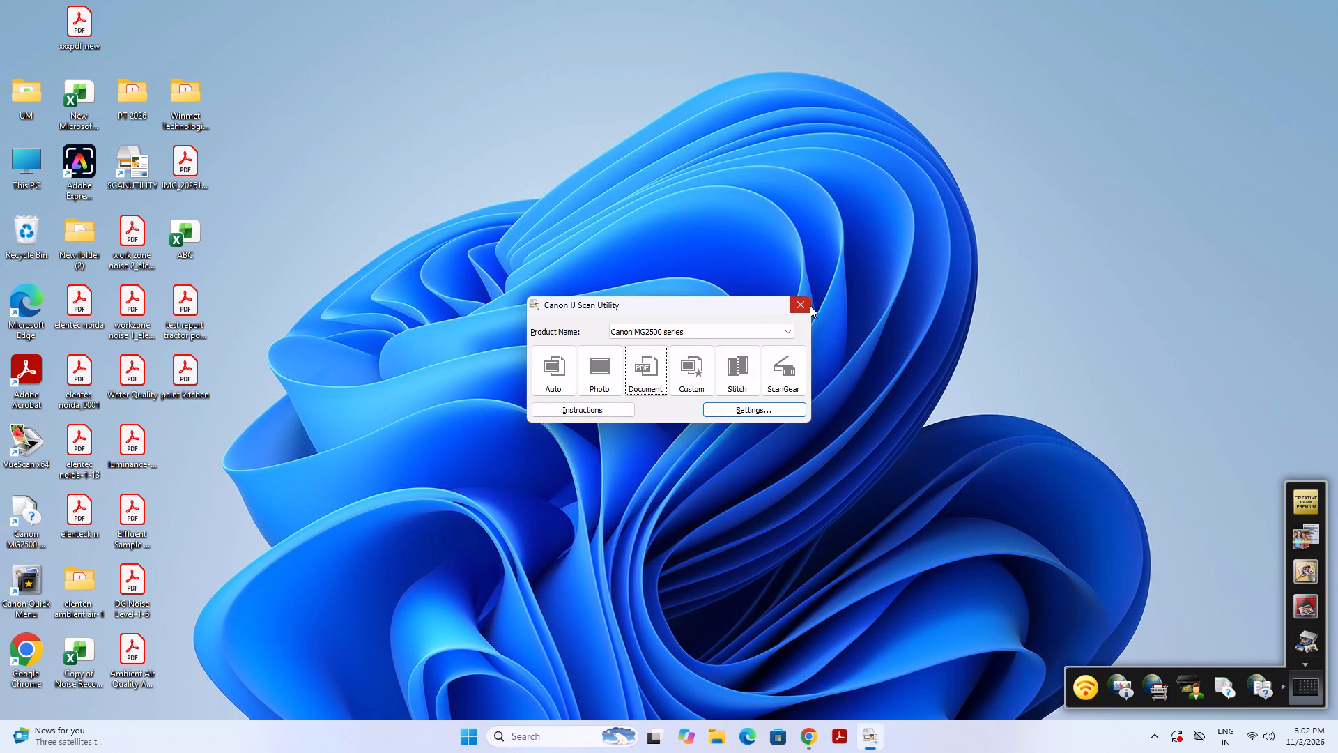
{"action": "left_click", "coordinate": [810, 305]}
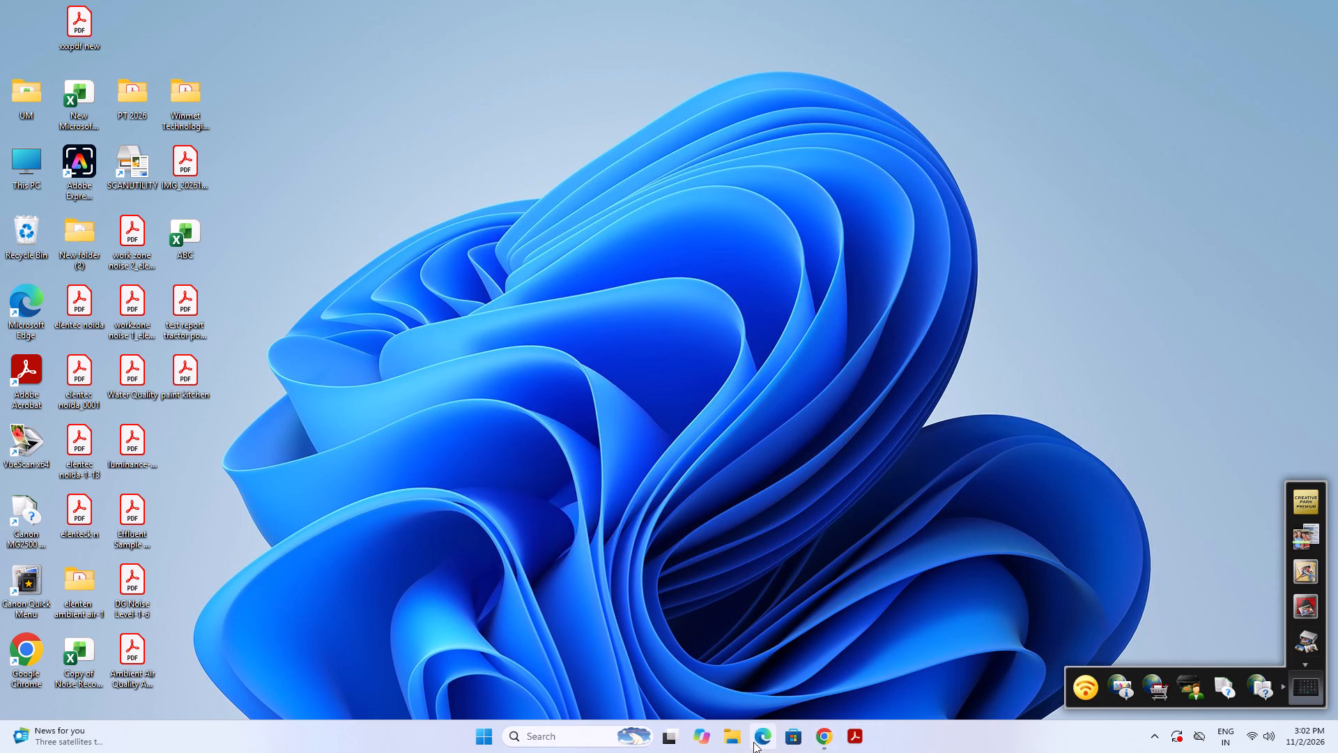
Switch to the open Google Chrome window with the new tab.
{"action": "left_click", "coordinate": [824, 742]}
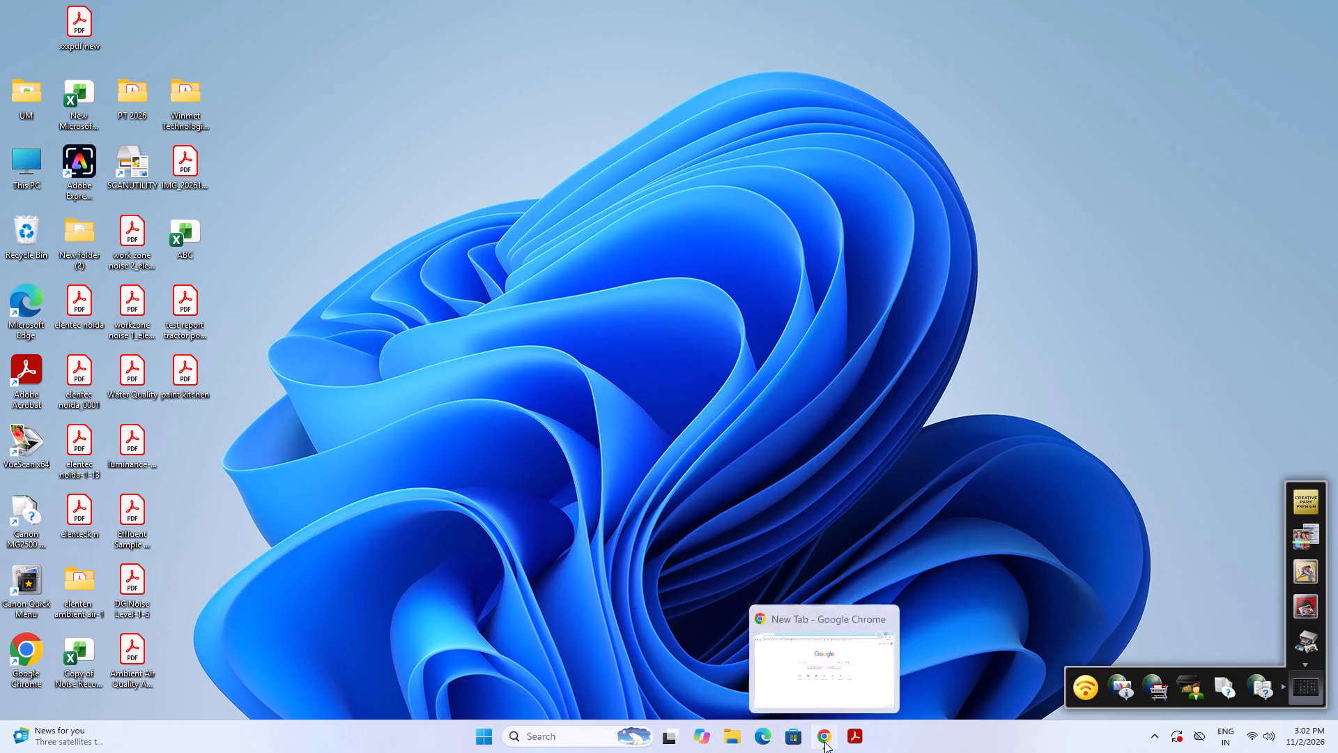